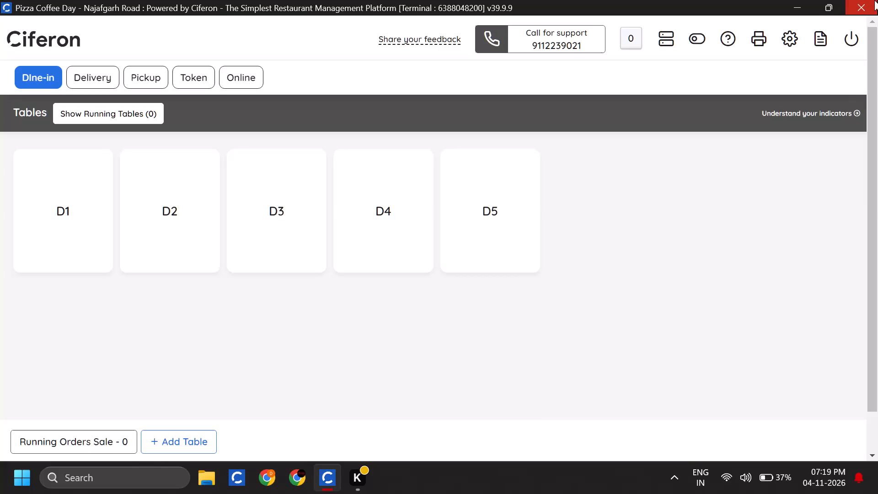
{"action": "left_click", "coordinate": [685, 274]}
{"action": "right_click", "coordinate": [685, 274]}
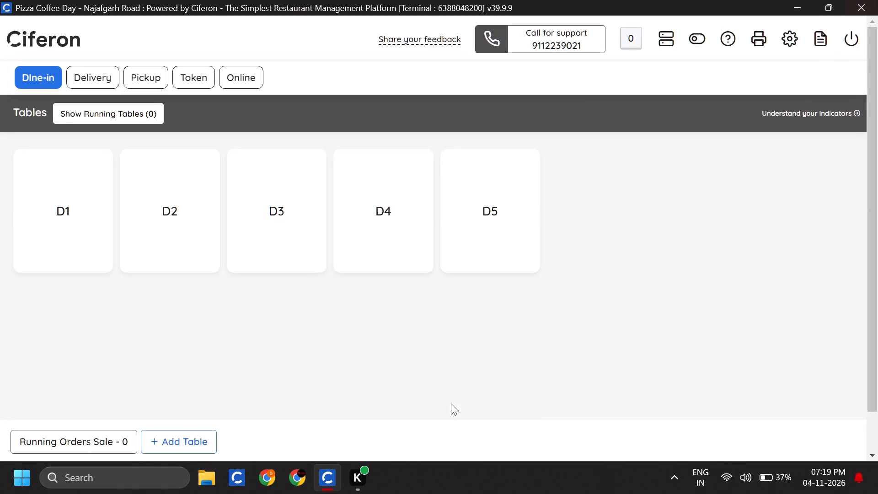
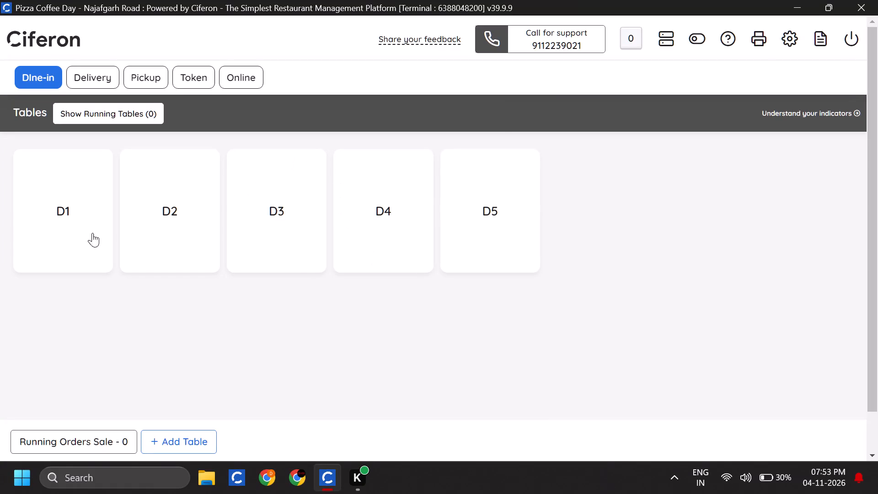
Open the order for dine-in table D1.
{"action": "left_click", "coordinate": [64, 221]}
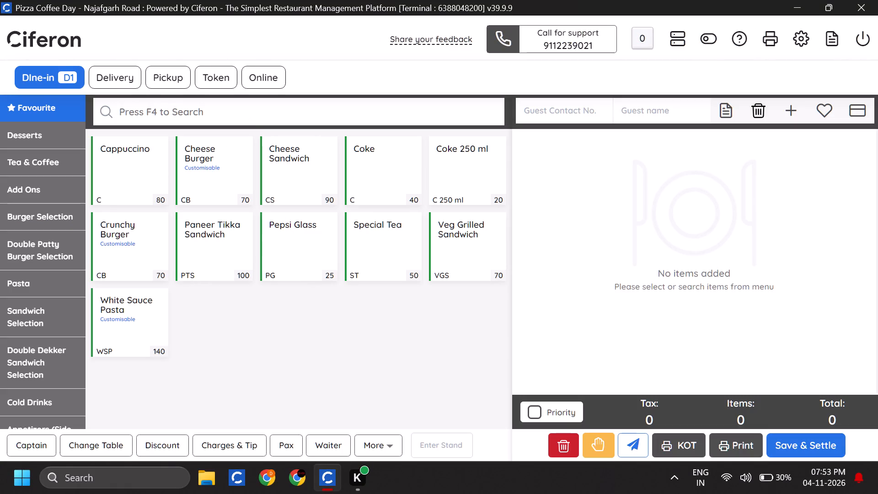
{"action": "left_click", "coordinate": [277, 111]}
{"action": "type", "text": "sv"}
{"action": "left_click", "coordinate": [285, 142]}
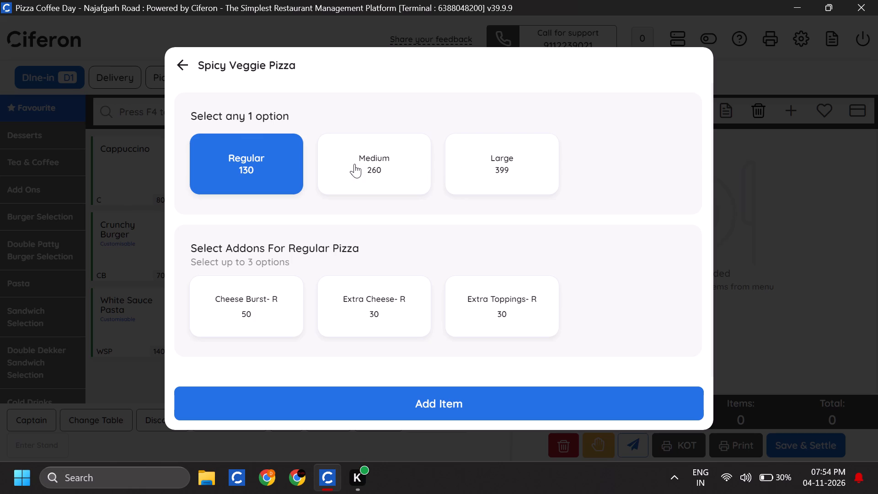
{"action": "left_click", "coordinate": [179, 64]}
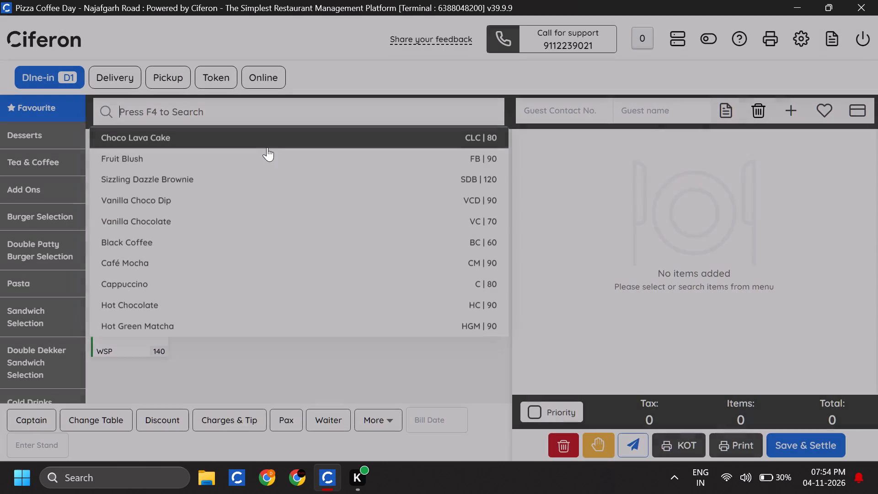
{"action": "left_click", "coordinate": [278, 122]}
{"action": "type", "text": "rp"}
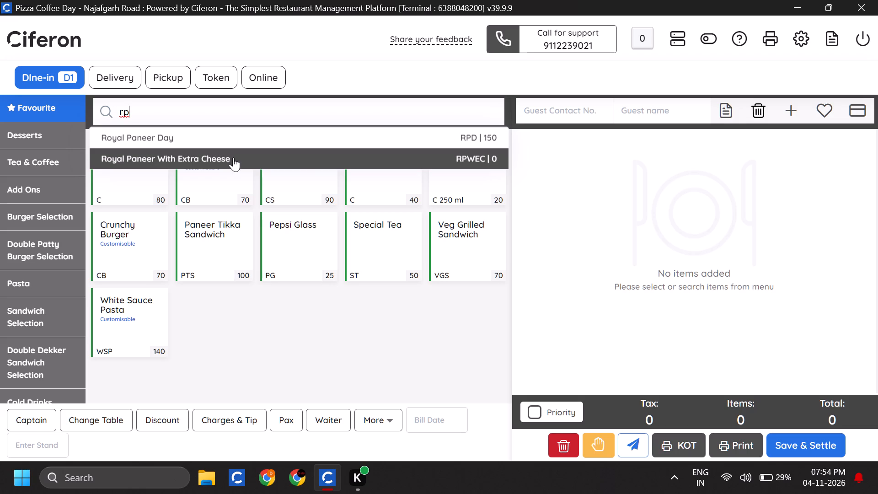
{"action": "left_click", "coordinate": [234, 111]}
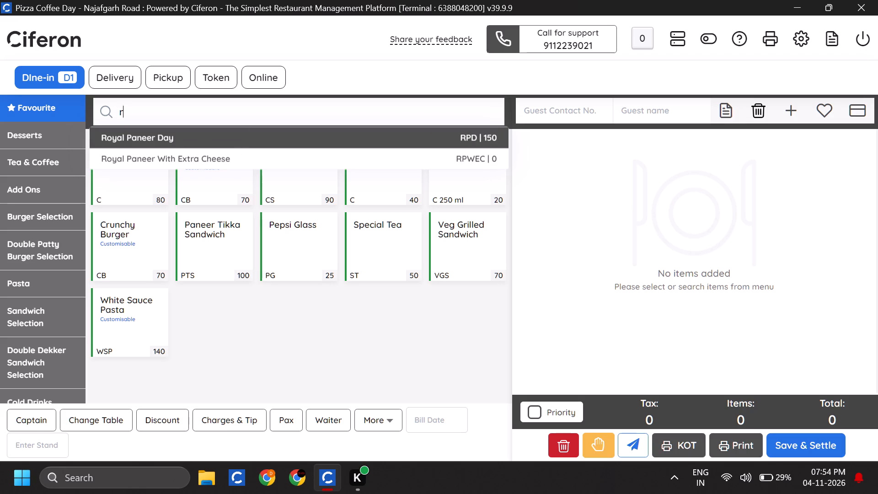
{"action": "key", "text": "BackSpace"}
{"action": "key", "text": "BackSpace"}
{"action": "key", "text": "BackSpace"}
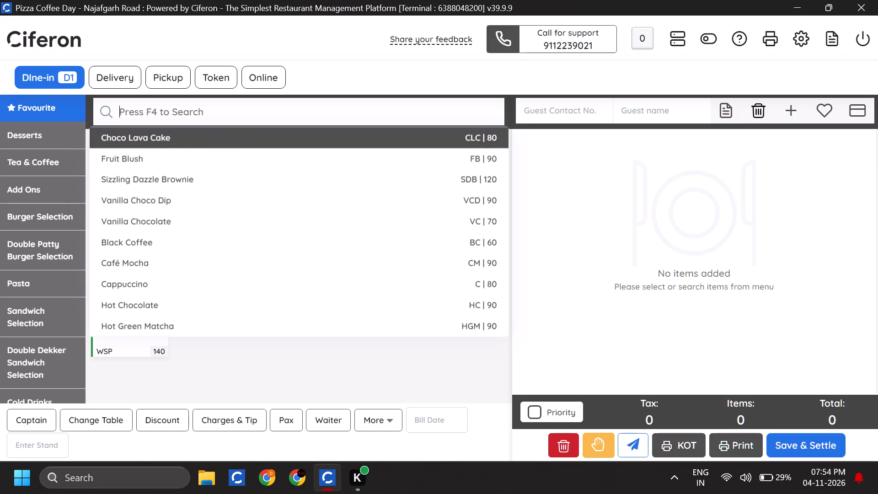
Search the menu for ppp and add a Regular Peri Peri Paneer With Extra Cheese without addons to the order.
{"action": "left_click", "coordinate": [236, 107]}
{"action": "left_click", "coordinate": [285, 107]}
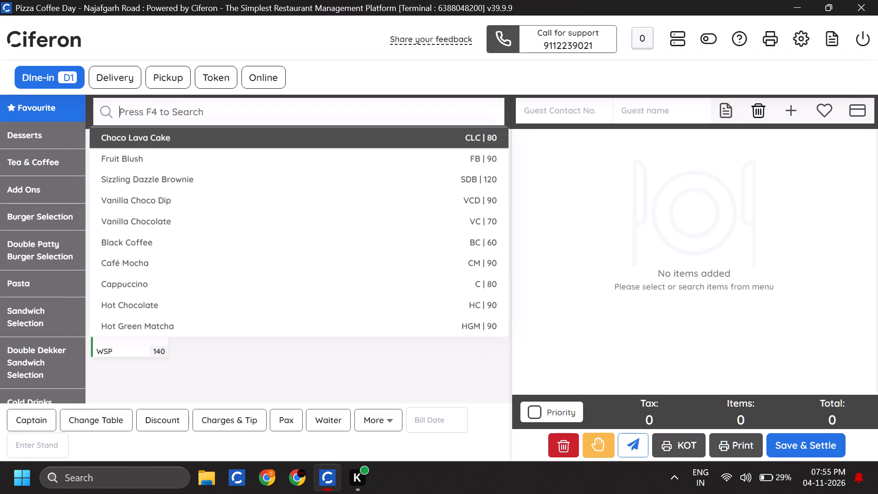
{"action": "left_click", "coordinate": [285, 107]}
{"action": "type", "text": "pp"}
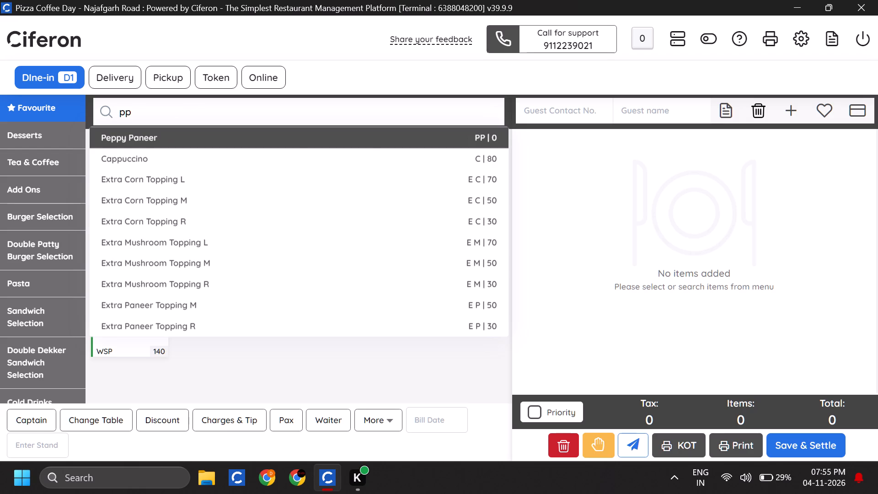
{"action": "key", "text": "p"}
{"action": "left_click", "coordinate": [283, 139]}
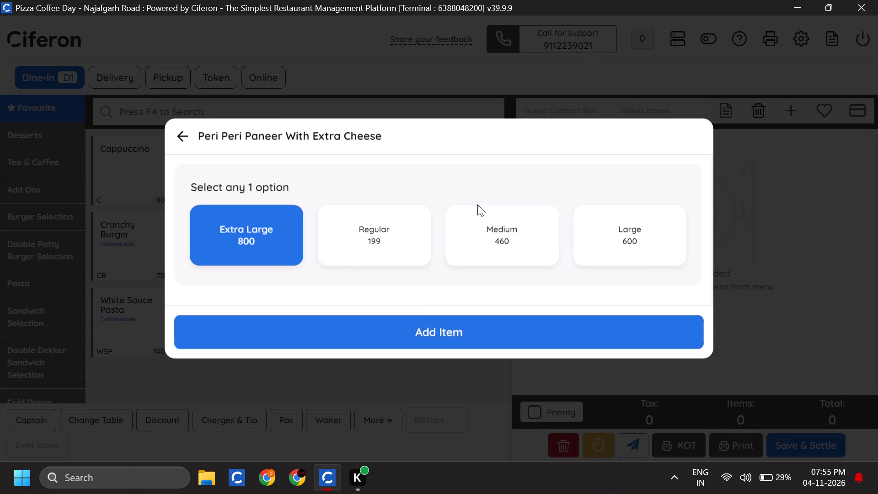
{"action": "left_click", "coordinate": [385, 231]}
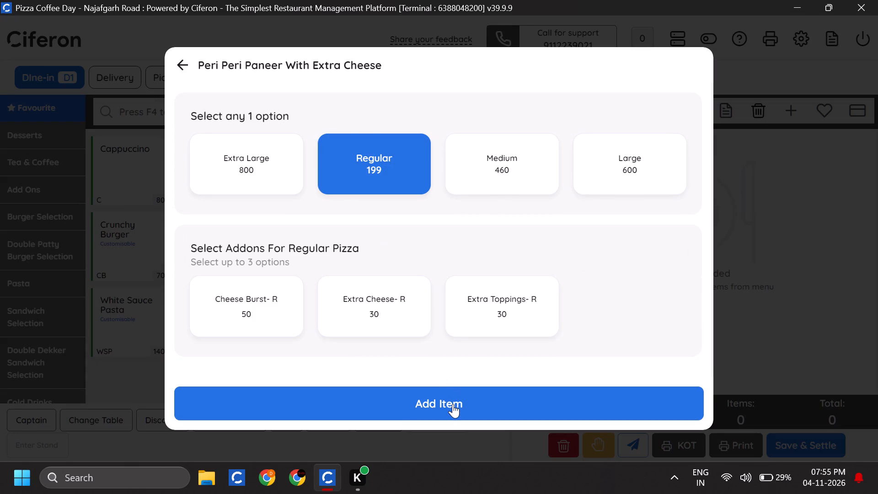
{"action": "left_click", "coordinate": [453, 404]}
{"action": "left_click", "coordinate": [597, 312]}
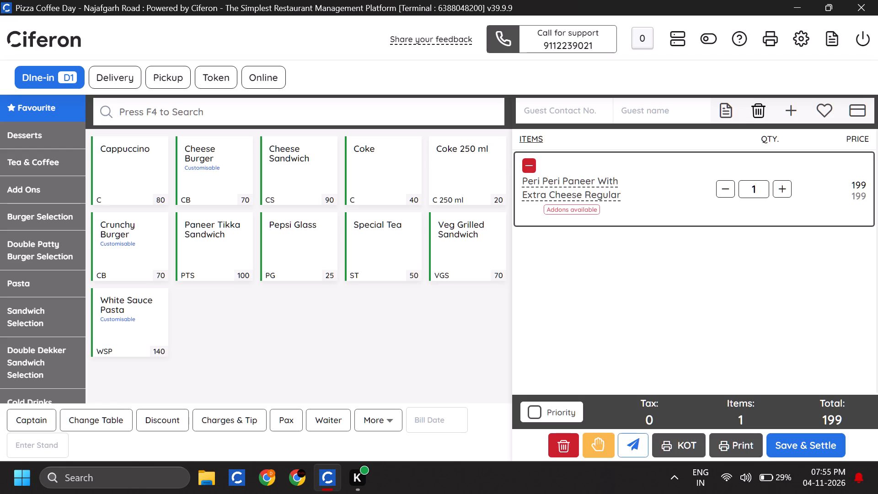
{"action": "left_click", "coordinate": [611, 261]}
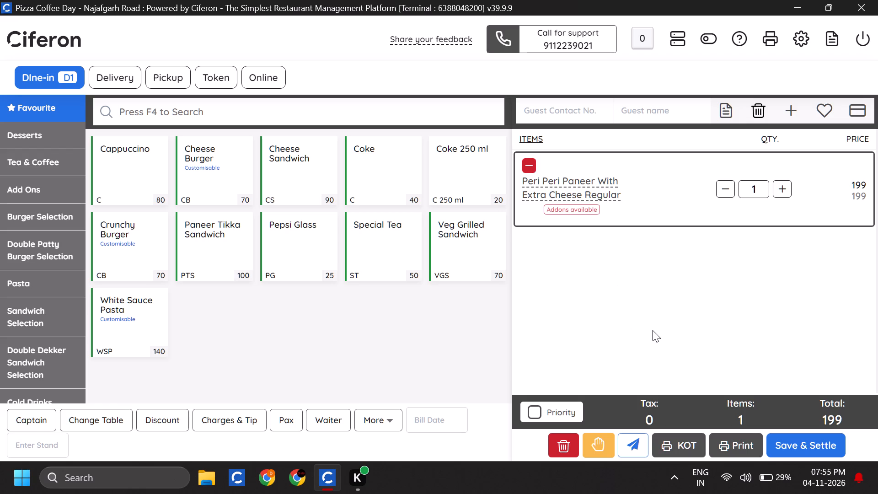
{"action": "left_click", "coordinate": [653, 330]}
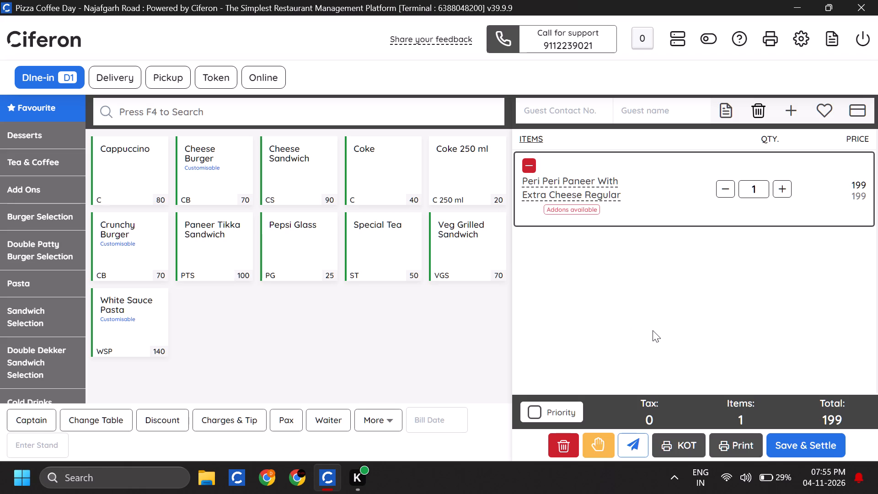
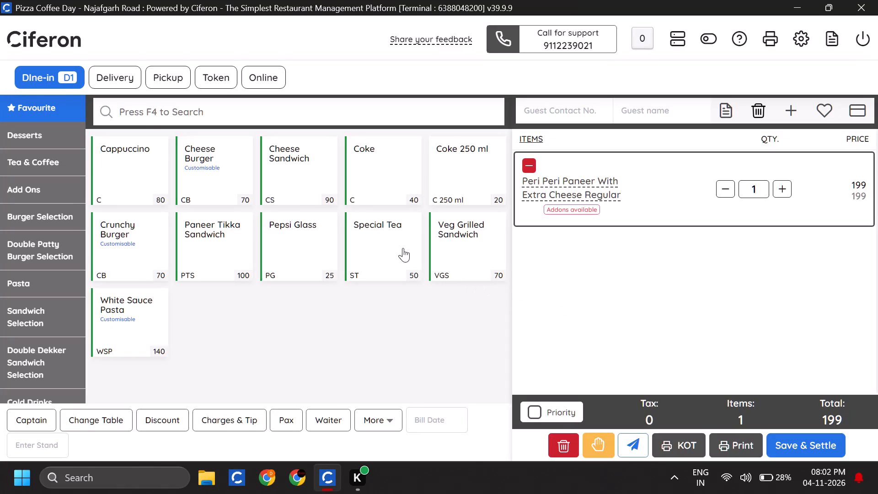
Leave the D1 order and open a new dine-in order for table D4.
{"action": "left_click", "coordinate": [34, 69]}
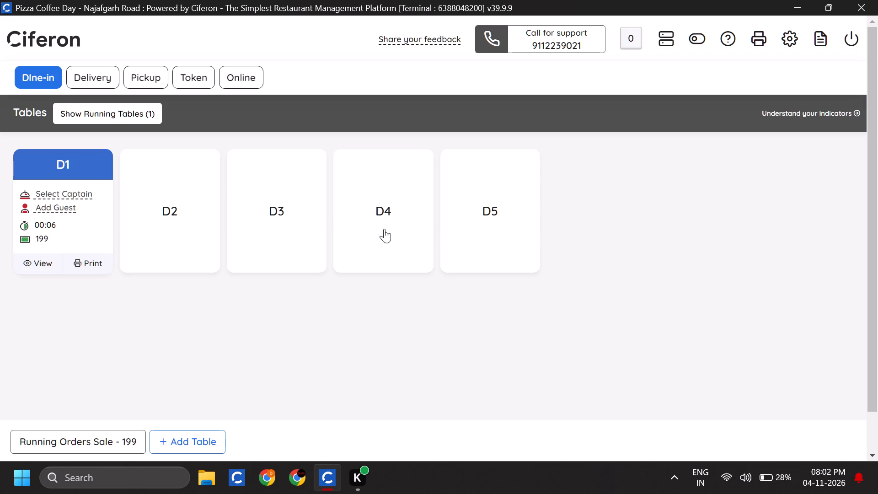
{"action": "left_click", "coordinate": [407, 226]}
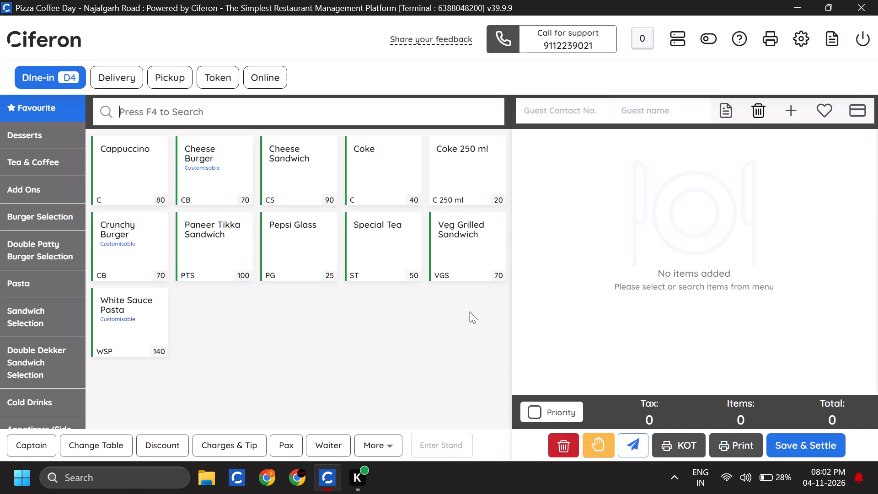
Add a Regular Paneer Crunch from the Classic Range Pizza category, without addons, to the D4 order.
{"action": "scroll", "coordinate": [53, 369], "scroll_direction": "down", "scroll_amount": 5}
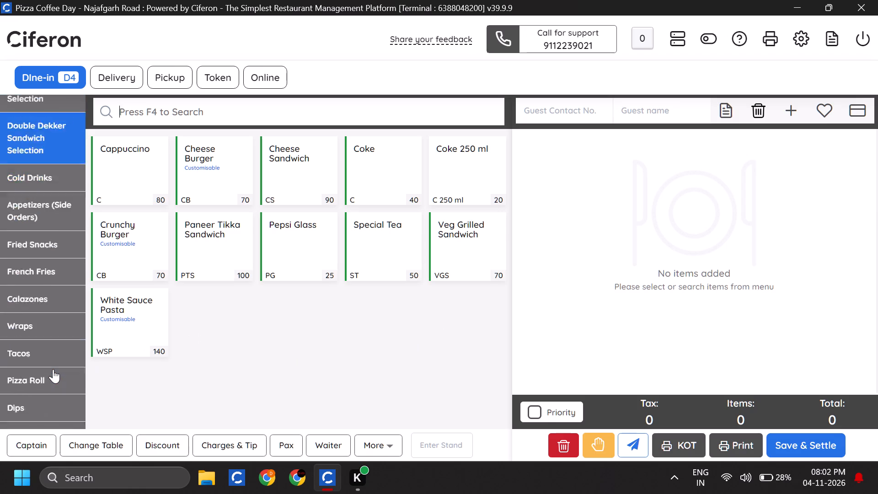
{"action": "scroll", "coordinate": [53, 369], "scroll_direction": "down", "scroll_amount": 3}
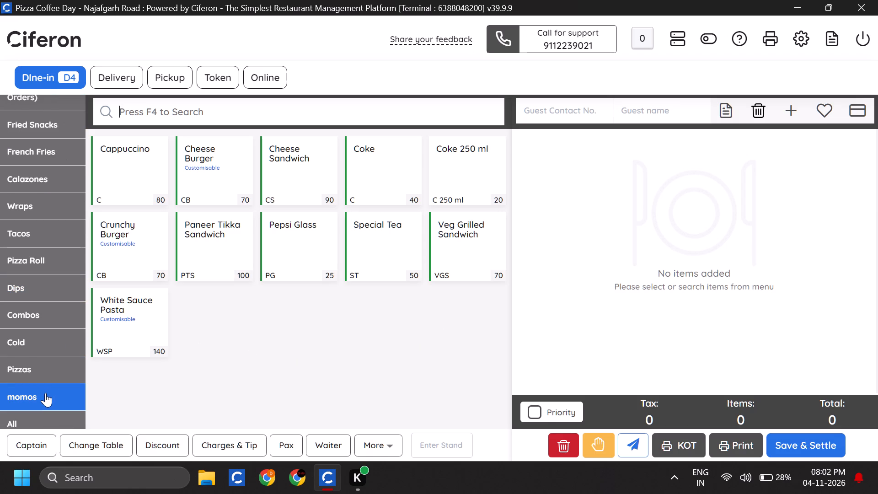
{"action": "scroll", "coordinate": [45, 393], "scroll_direction": "down", "scroll_amount": 3}
{"action": "left_click", "coordinate": [41, 367]}
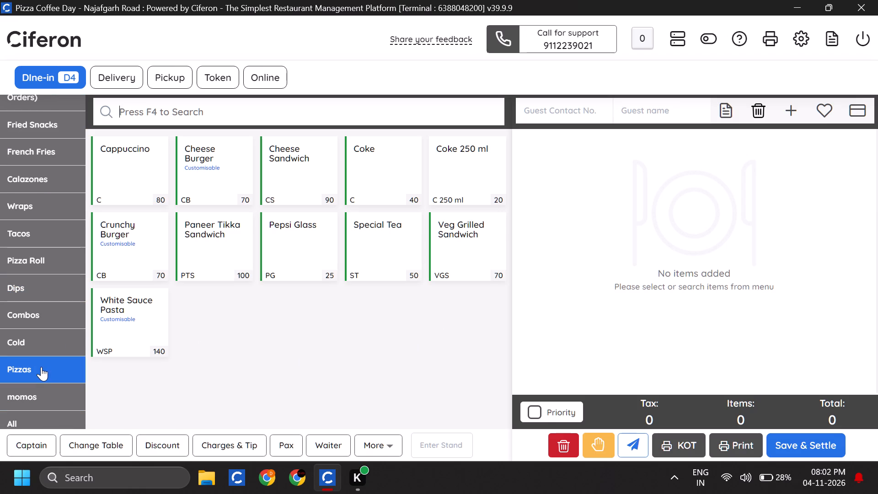
{"action": "scroll", "coordinate": [41, 367], "scroll_direction": "down", "scroll_amount": 1}
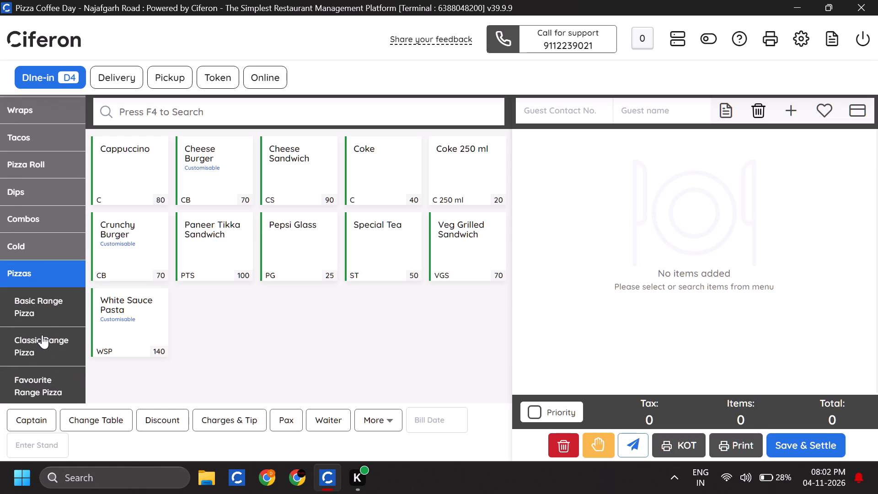
{"action": "left_click", "coordinate": [42, 335]}
{"action": "left_click", "coordinate": [112, 168]}
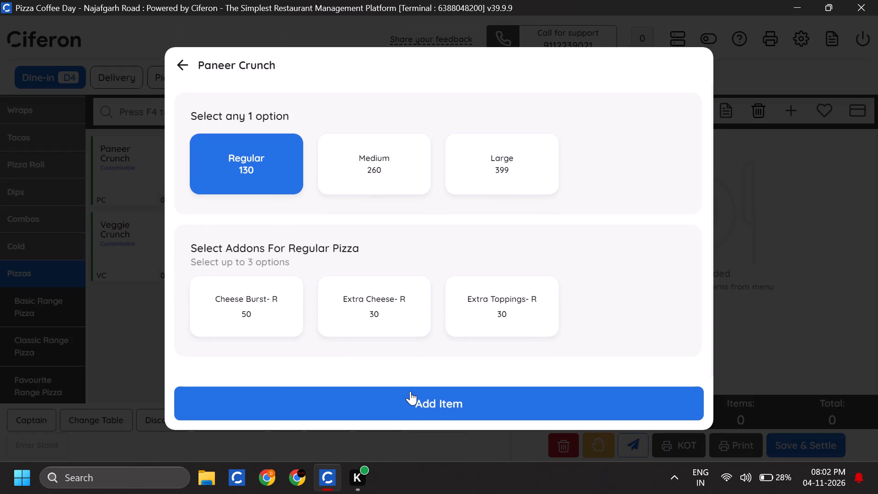
{"action": "left_click", "coordinate": [417, 406]}
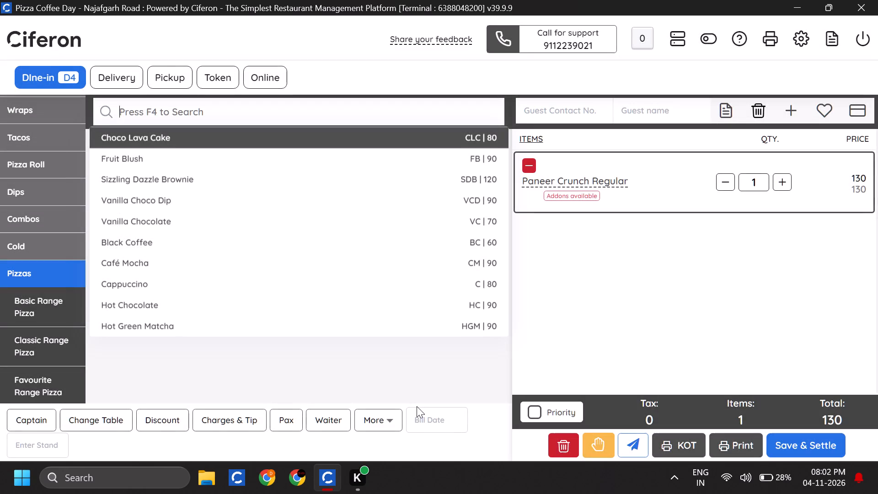
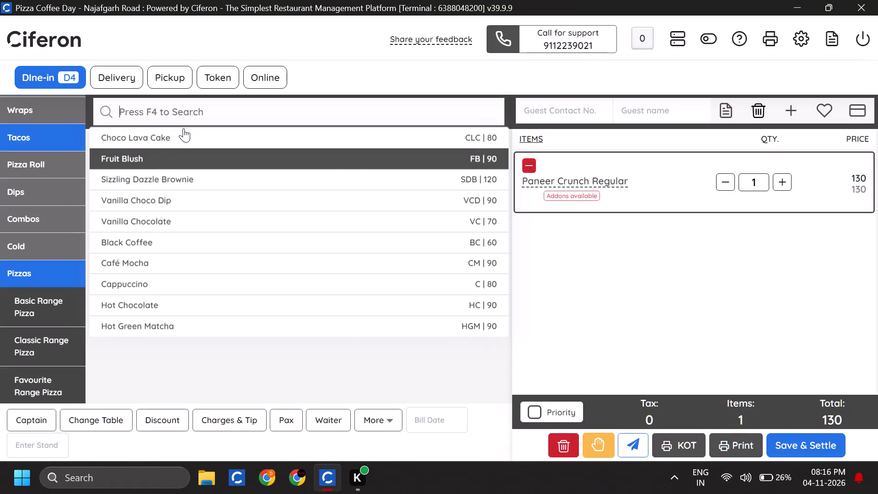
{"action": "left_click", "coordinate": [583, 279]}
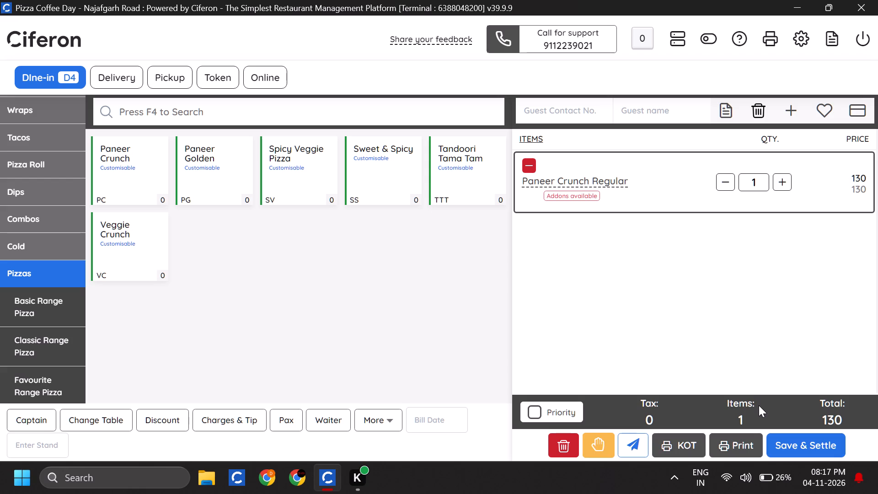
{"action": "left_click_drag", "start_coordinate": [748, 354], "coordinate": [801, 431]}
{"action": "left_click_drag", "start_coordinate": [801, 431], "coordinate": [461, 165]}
Leave the D4 order, open the running dine-in order of table D1, and save and settle it with Google Pay.
{"action": "left_click", "coordinate": [162, 88]}
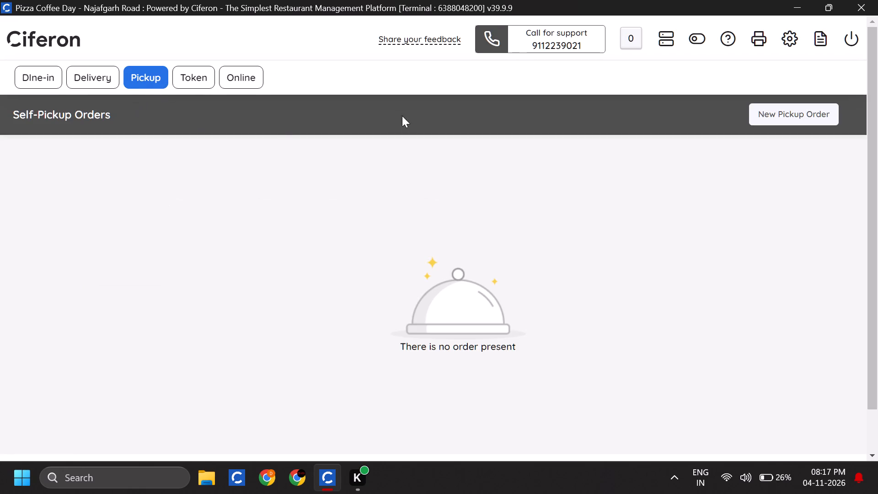
{"action": "left_click", "coordinate": [45, 67]}
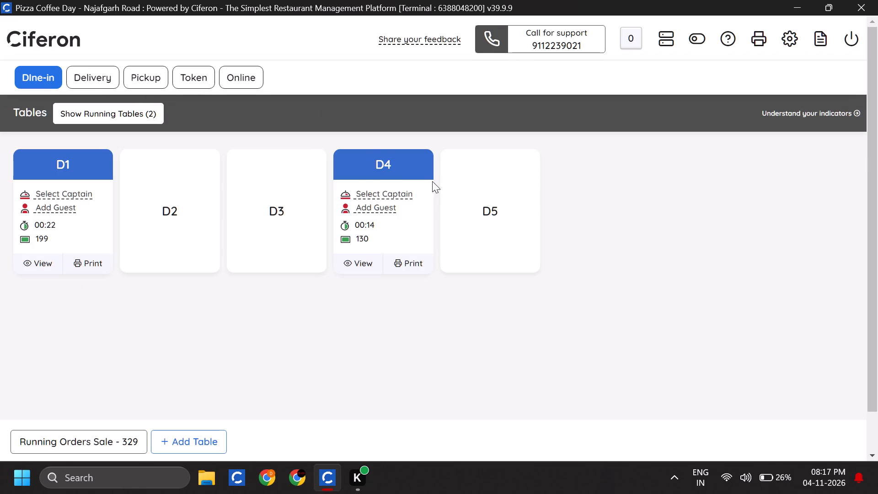
{"action": "left_click", "coordinate": [80, 170]}
{"action": "left_click", "coordinate": [822, 438]}
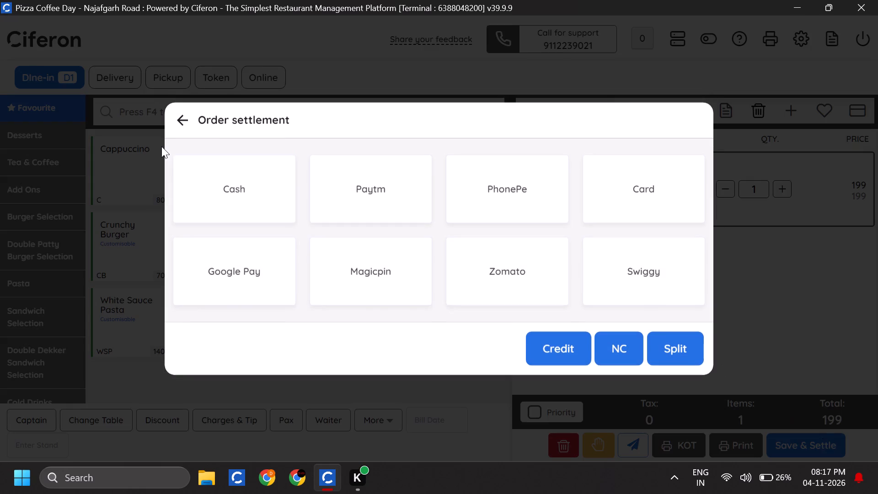
{"action": "left_click", "coordinate": [242, 274]}
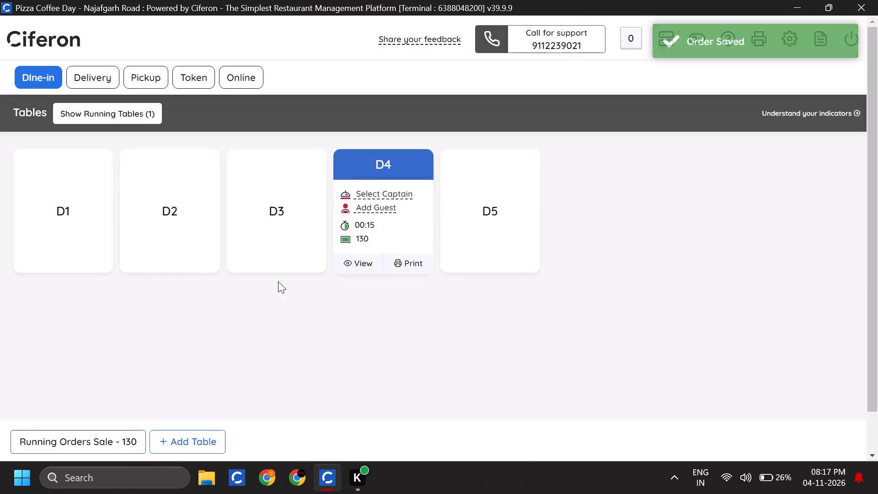
{"action": "left_click", "coordinate": [336, 317]}
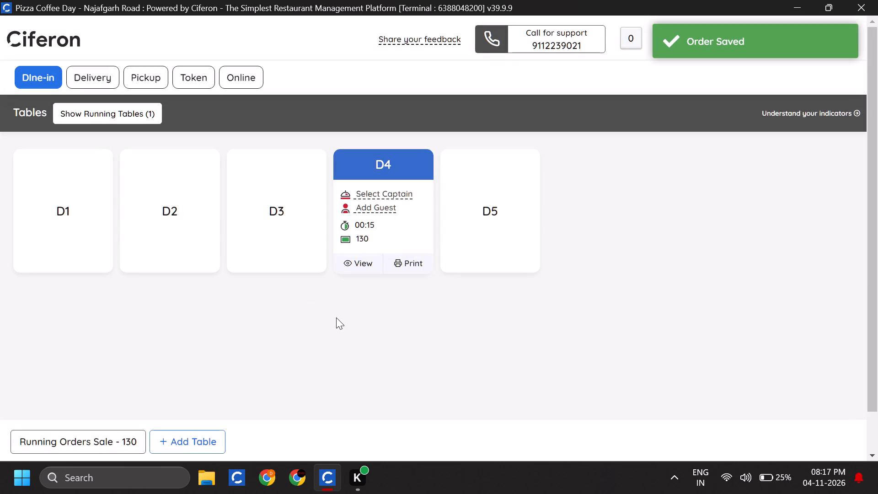
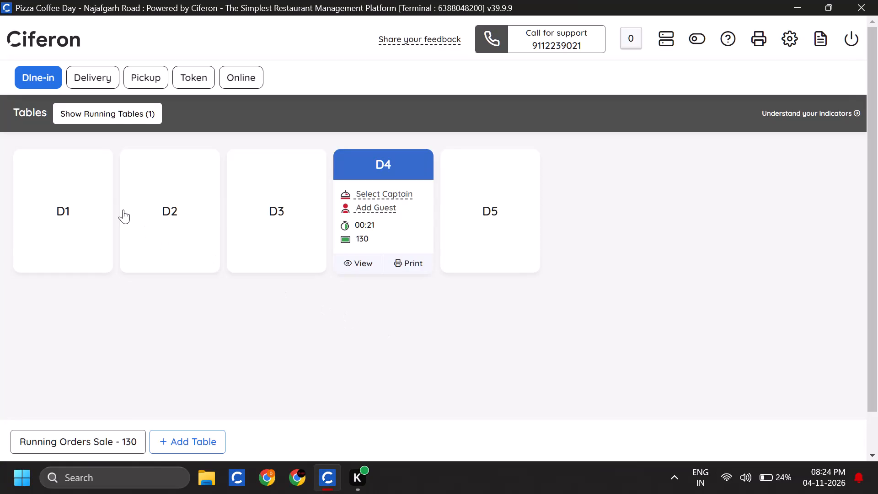
Create a new delivery order with one Medium Tandoori Paneer from the Signature Range pizzas, without add-ons, and return to the dine-in tables.
{"action": "left_click", "coordinate": [101, 73]}
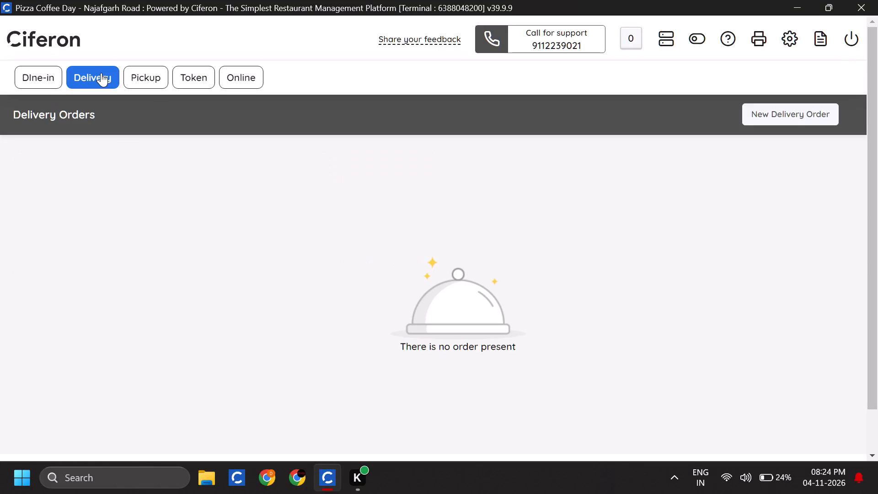
{"action": "left_click", "coordinate": [755, 115]}
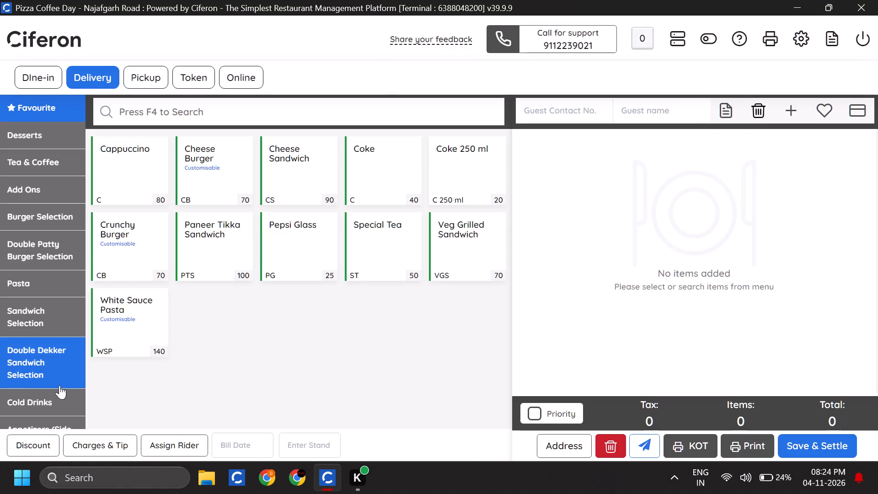
{"action": "scroll", "coordinate": [41, 388], "scroll_direction": "down", "scroll_amount": 4}
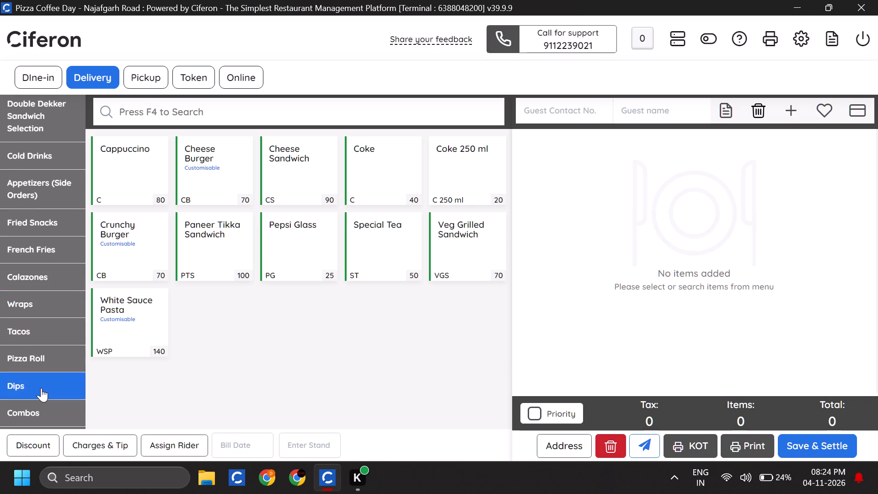
{"action": "scroll", "coordinate": [41, 388], "scroll_direction": "down", "scroll_amount": 5}
{"action": "left_click", "coordinate": [39, 370]}
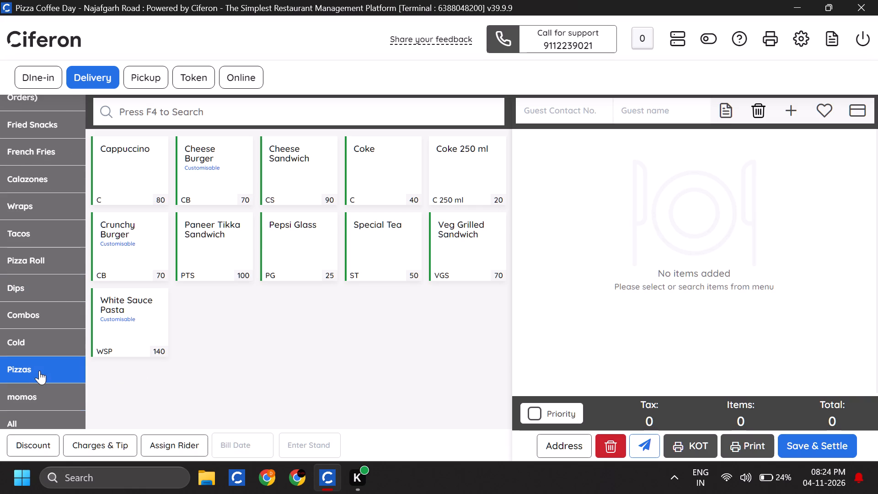
{"action": "scroll", "coordinate": [55, 408], "scroll_direction": "down", "scroll_amount": 3}
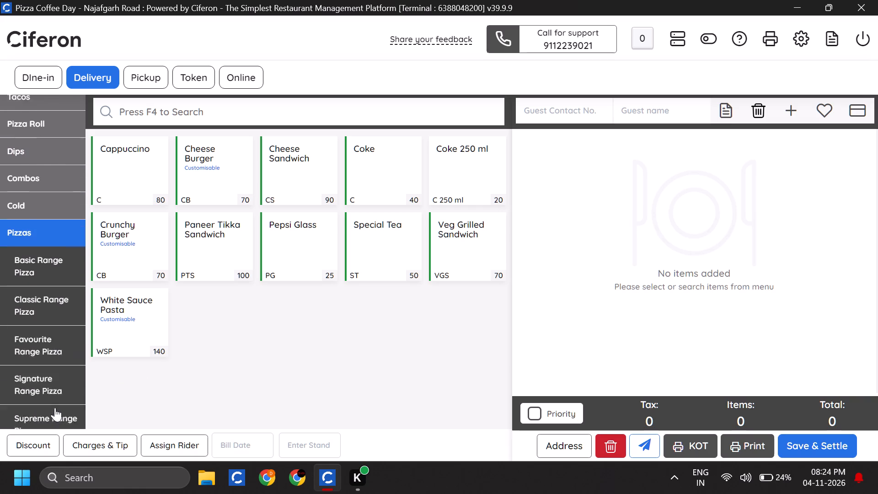
{"action": "scroll", "coordinate": [55, 408], "scroll_direction": "down", "scroll_amount": 1}
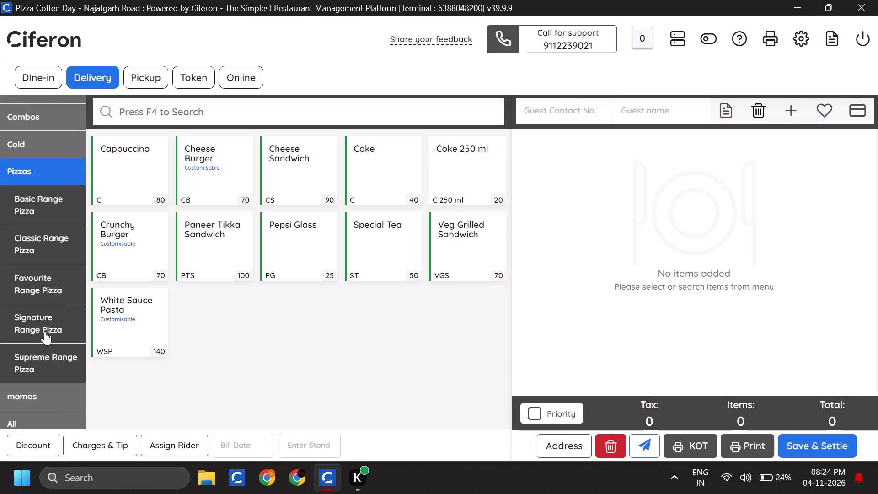
{"action": "left_click", "coordinate": [45, 331]}
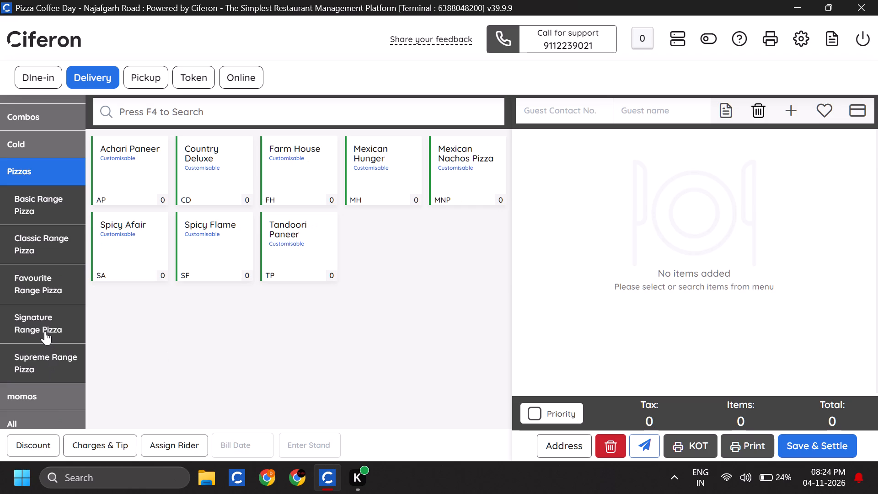
{"action": "left_click", "coordinate": [273, 236]}
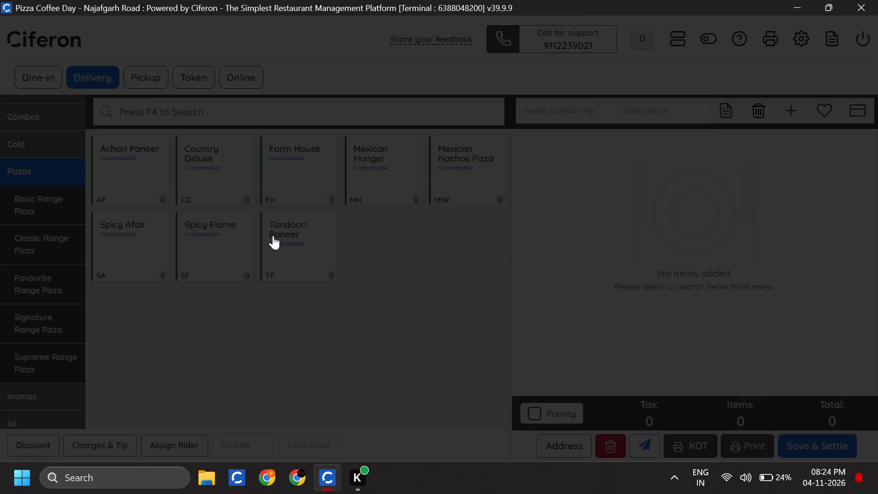
{"action": "left_click", "coordinate": [469, 237]}
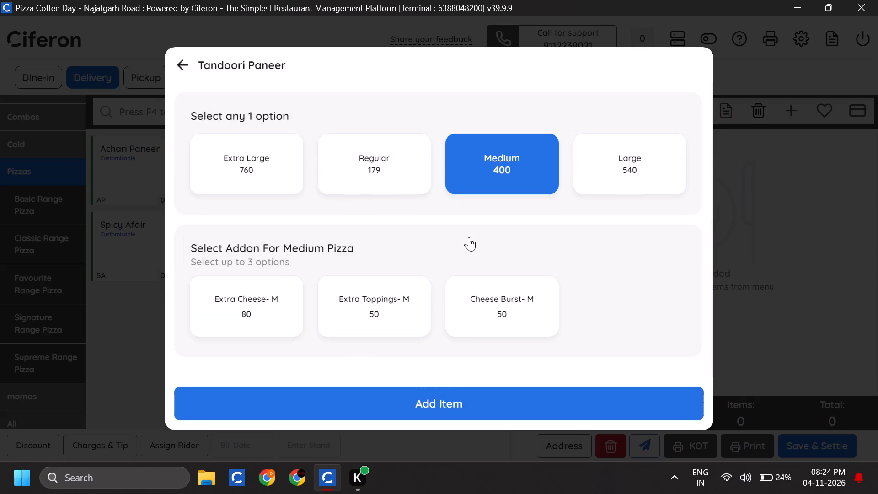
{"action": "left_click", "coordinate": [495, 397]}
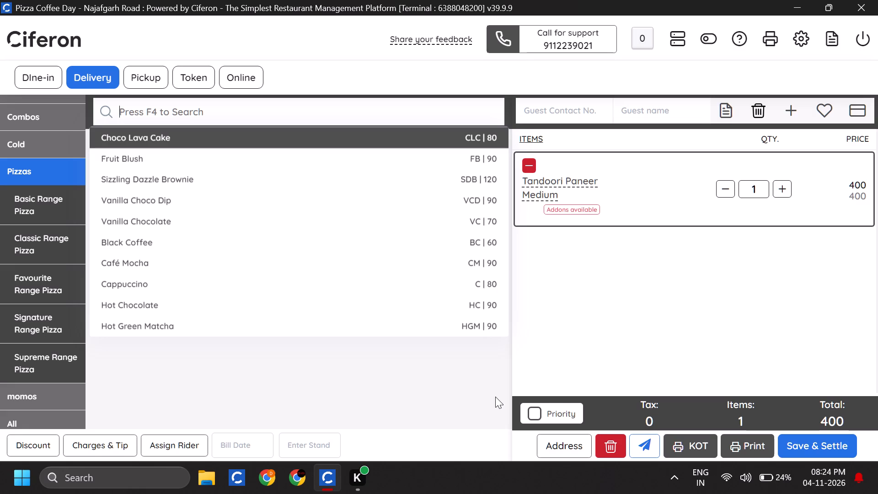
{"action": "left_click", "coordinate": [32, 69]}
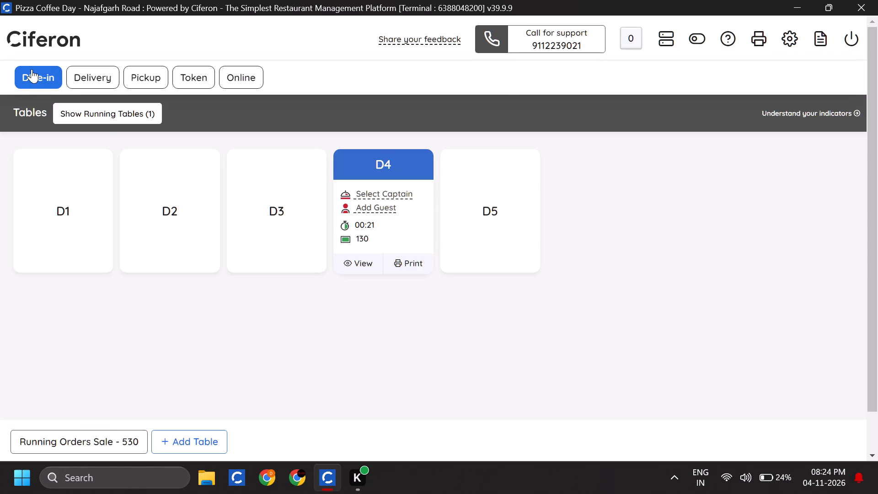
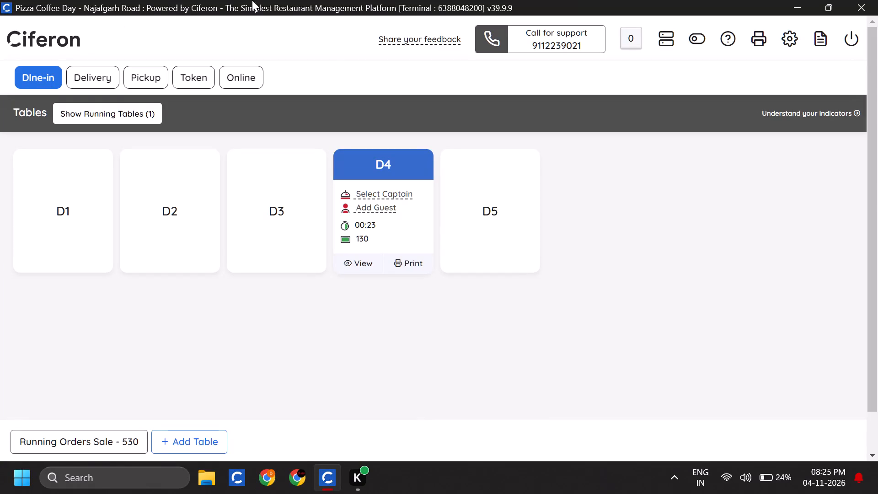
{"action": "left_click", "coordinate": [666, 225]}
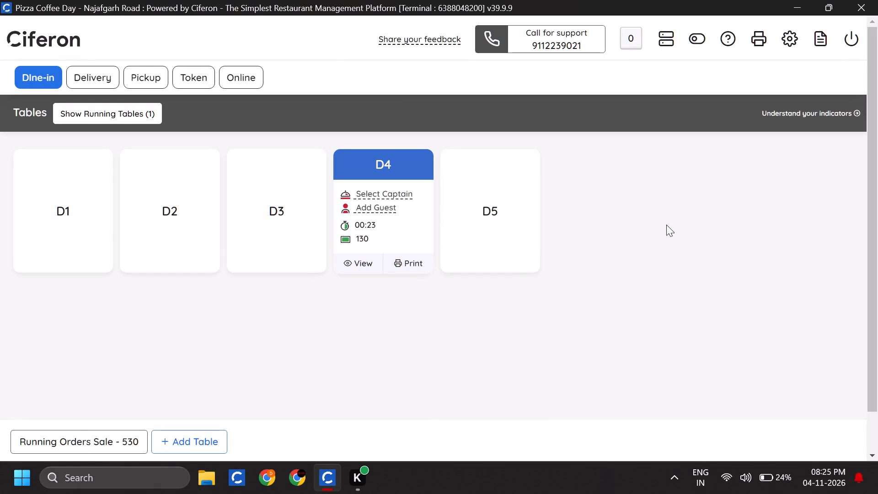
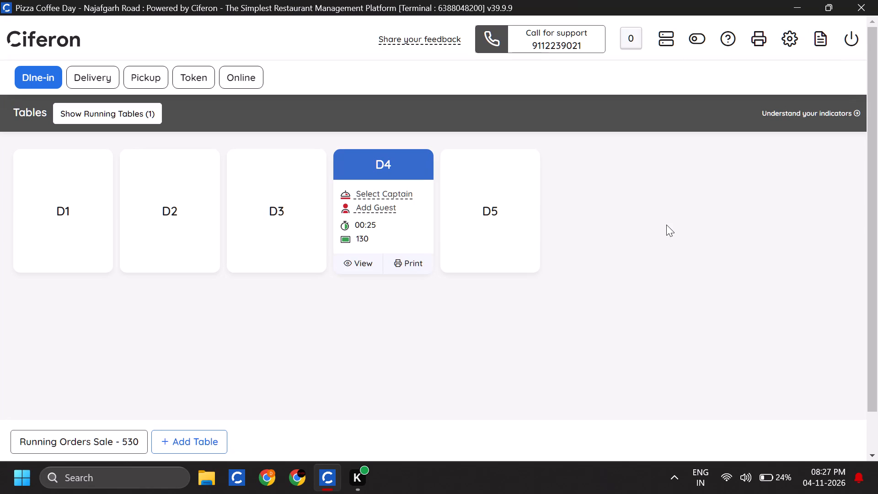
Leave the dine-in tables view for the sales dashboard, and reopen the POS from there.
{"action": "left_click", "coordinate": [41, 75]}
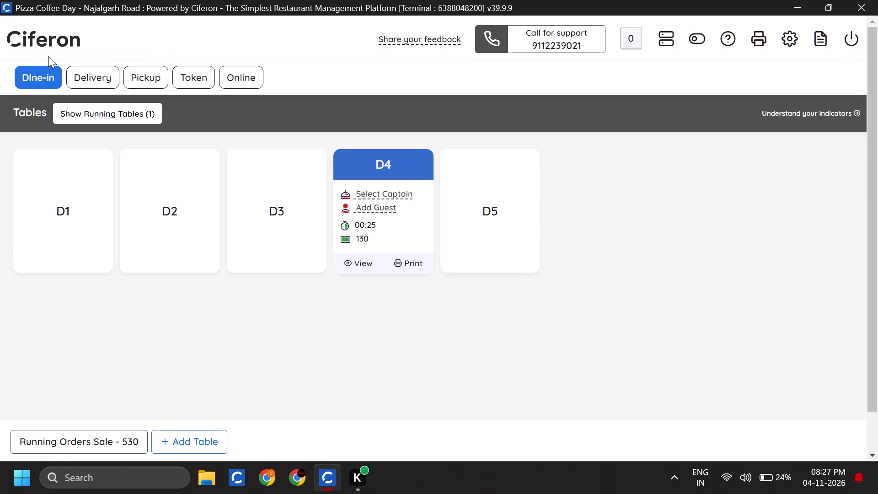
{"action": "left_click", "coordinate": [49, 55]}
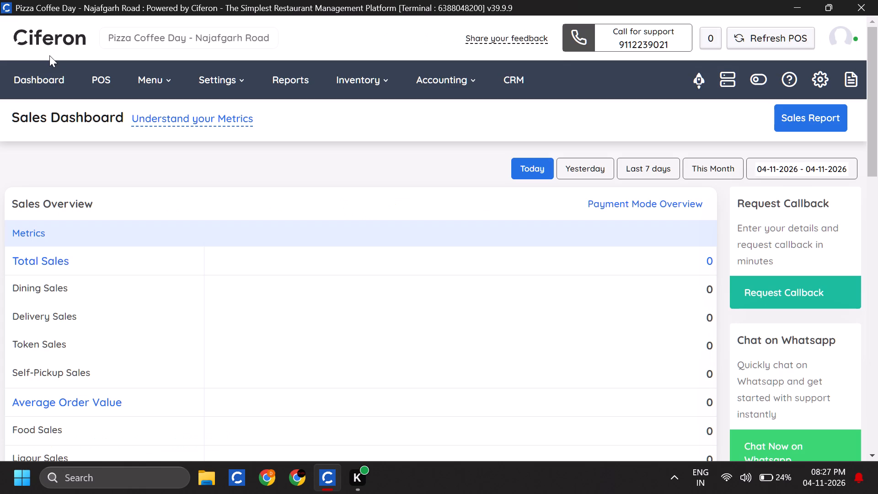
{"action": "left_click", "coordinate": [96, 81]}
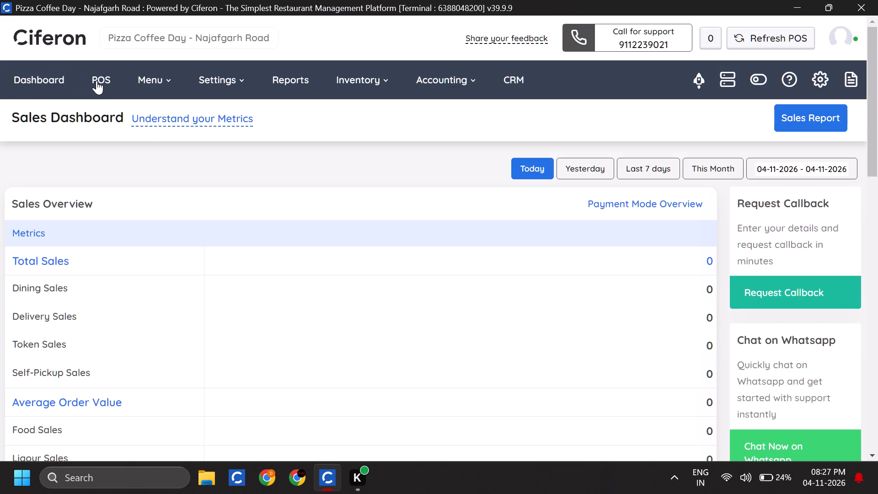
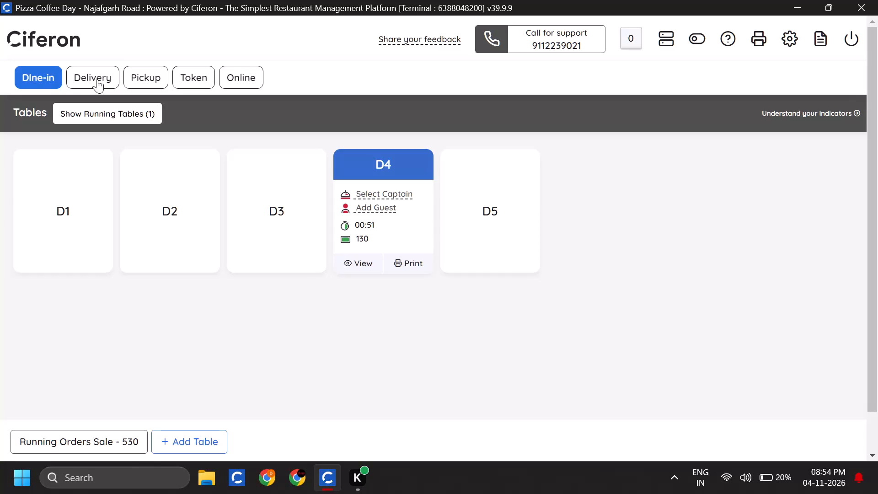
Open the running Tandoori Paneer Medium delivery order and save and settle it with Cash.
{"action": "left_click", "coordinate": [97, 79]}
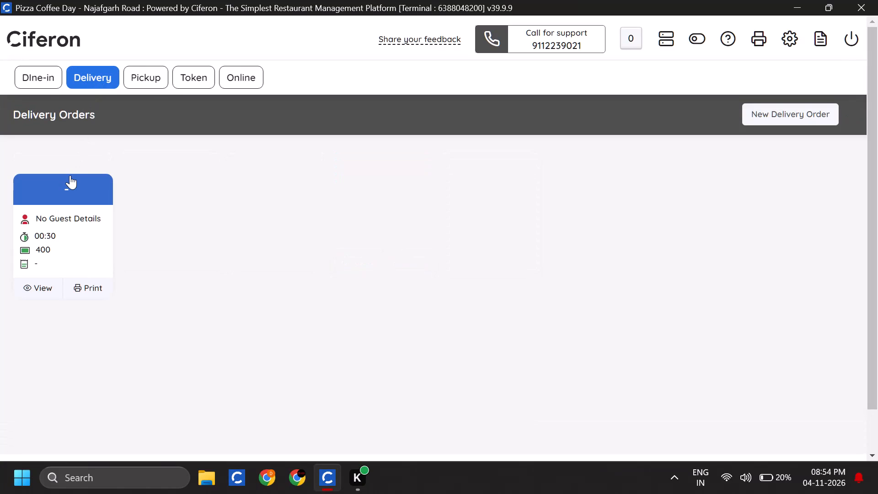
{"action": "left_click", "coordinate": [69, 186]}
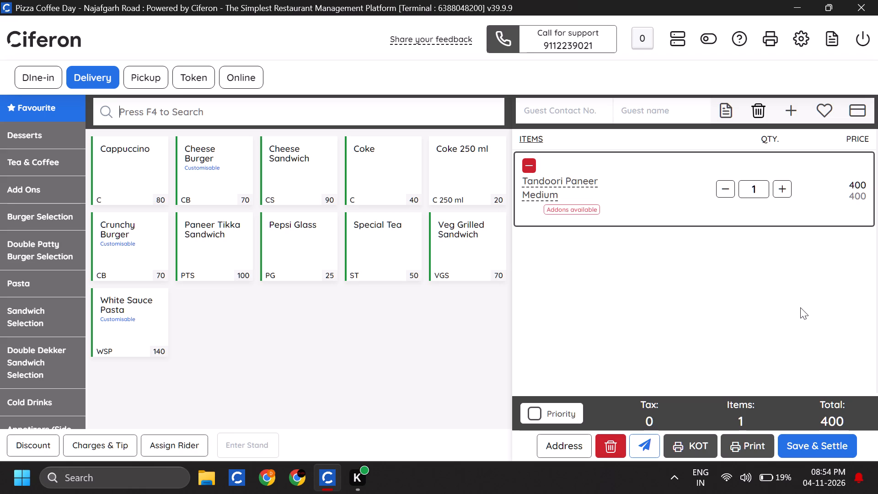
{"action": "left_click", "coordinate": [821, 445]}
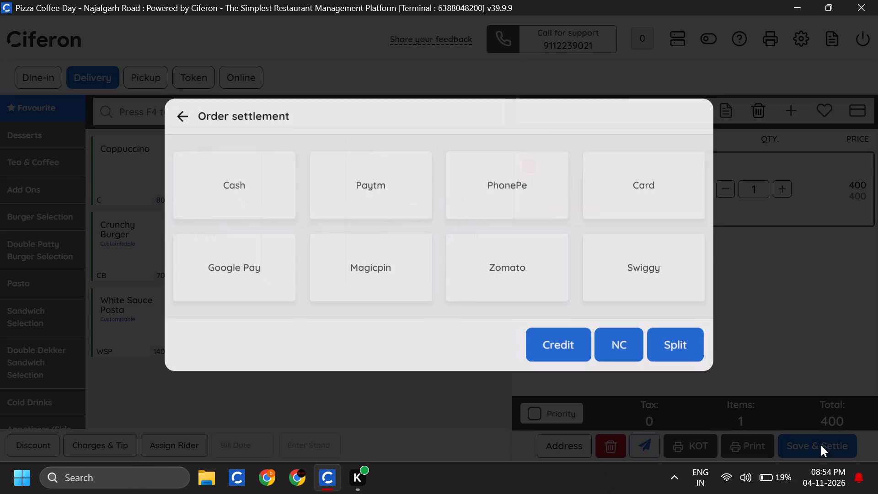
{"action": "left_click", "coordinate": [243, 184]}
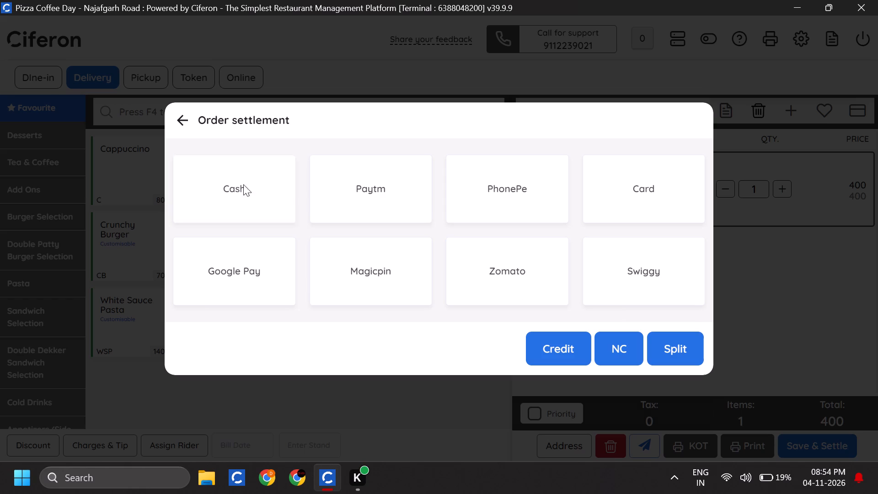
{"action": "left_click", "coordinate": [325, 240]}
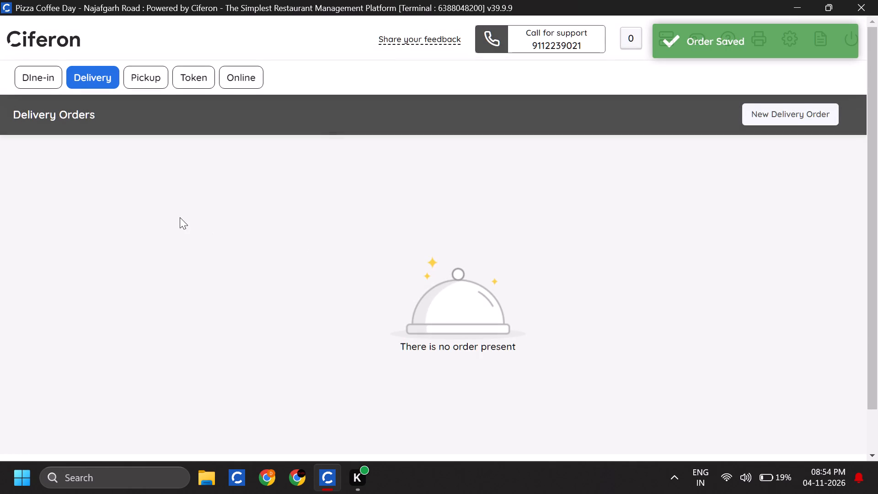
Open the running dine-in order on table D4 and save and settle it with Paytm.
{"action": "left_click", "coordinate": [42, 73]}
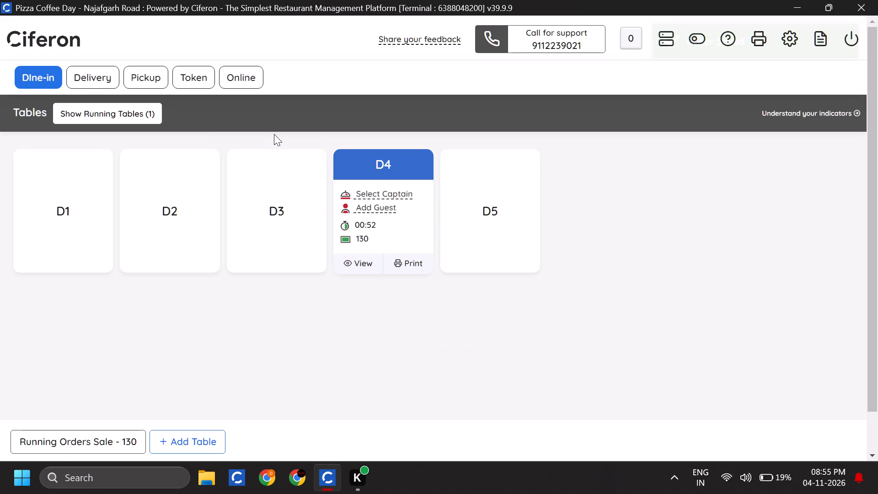
{"action": "left_click", "coordinate": [372, 162]}
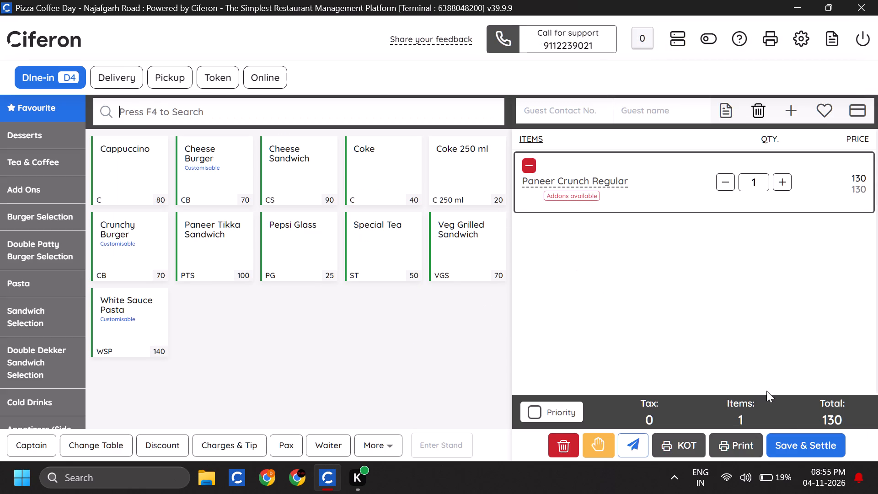
{"action": "left_click", "coordinate": [788, 445]}
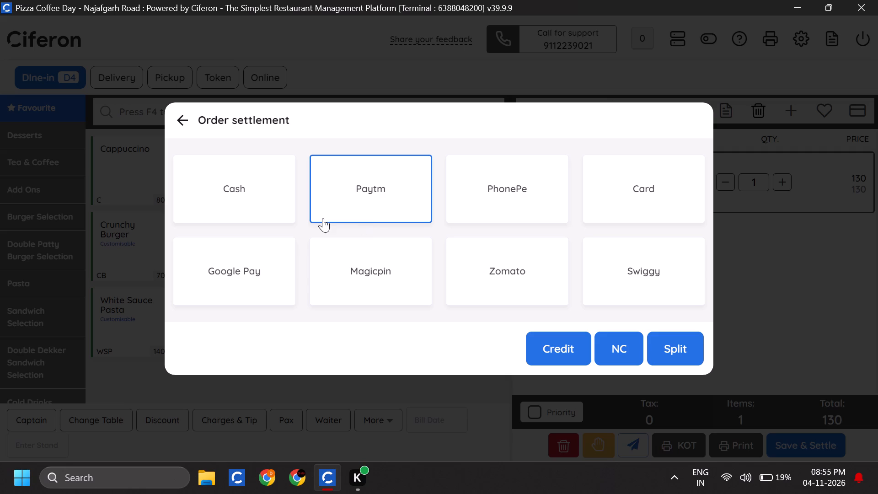
{"action": "left_click", "coordinate": [349, 201]}
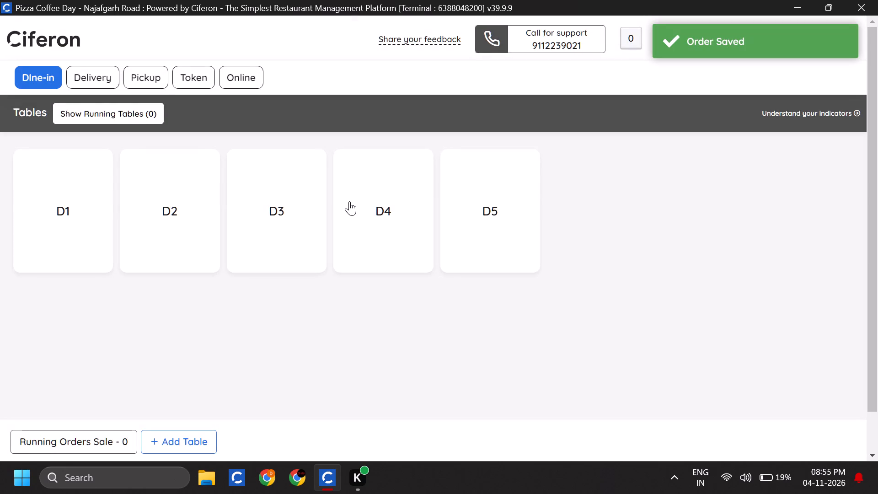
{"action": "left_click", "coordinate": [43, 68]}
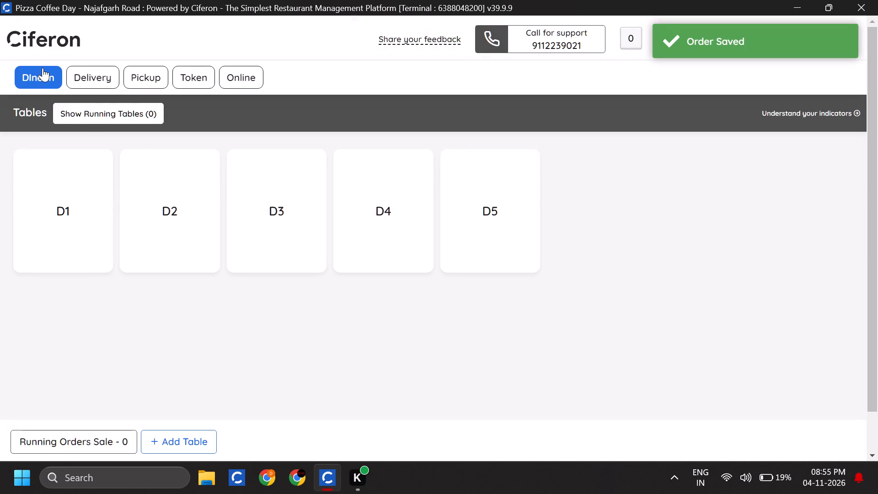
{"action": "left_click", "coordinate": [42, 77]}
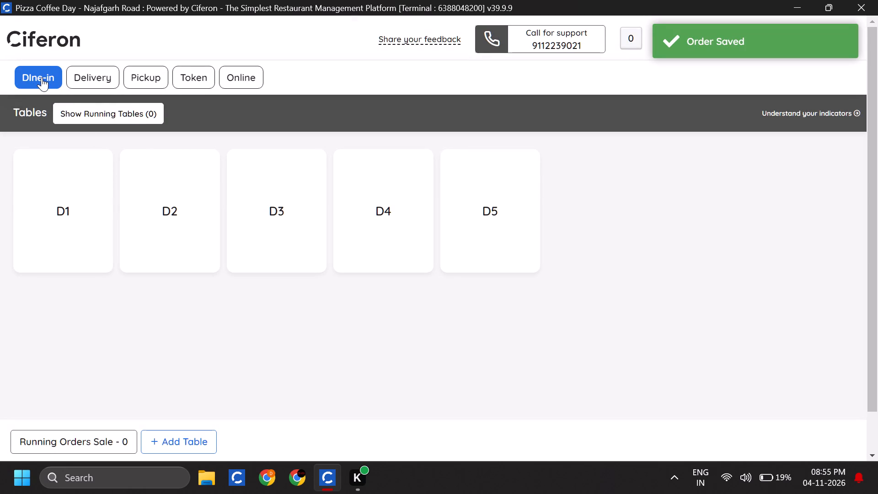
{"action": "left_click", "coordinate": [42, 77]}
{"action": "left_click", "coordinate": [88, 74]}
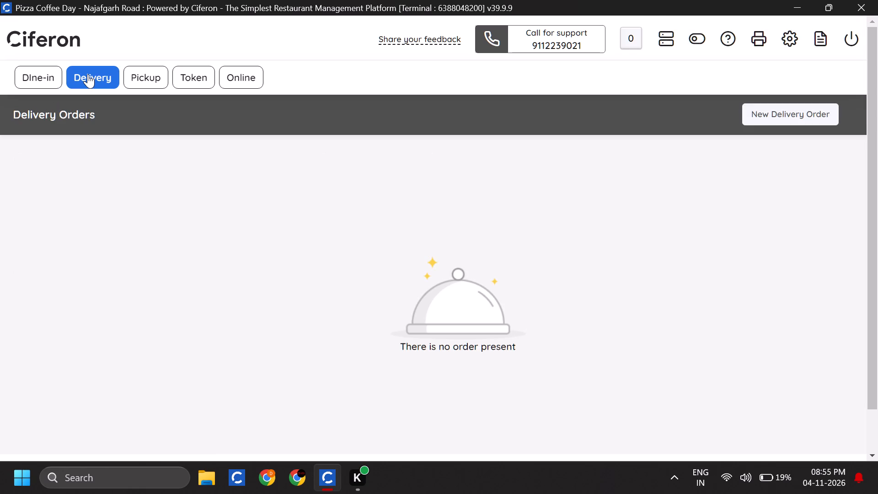
Leave the delivery orders view for the sales dashboard, and reopen the POS from there.
{"action": "left_click", "coordinate": [45, 54]}
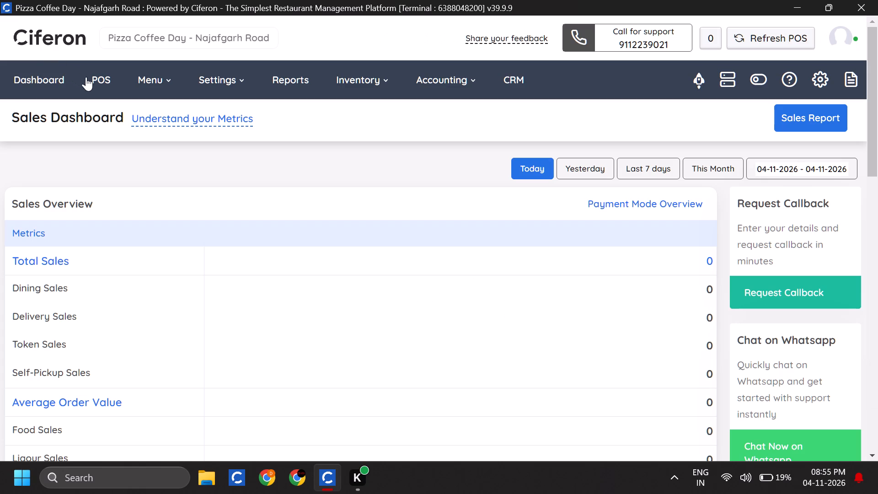
{"action": "left_click", "coordinate": [111, 77]}
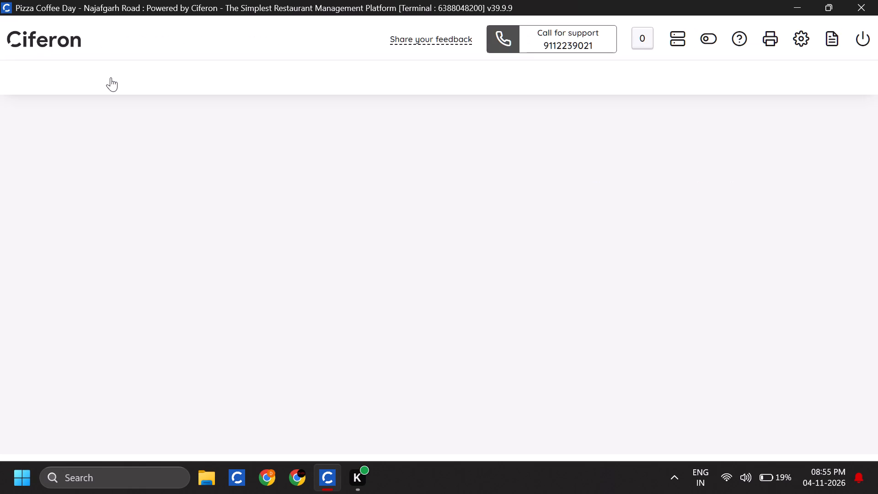
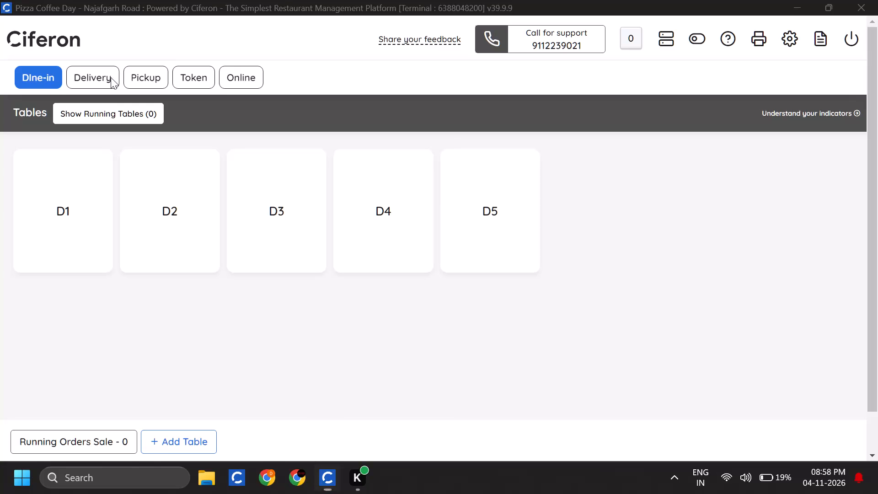
Switch to Instagram and expand the messages list into the full inbox view.
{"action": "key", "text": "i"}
{"action": "key", "text": "Return"}
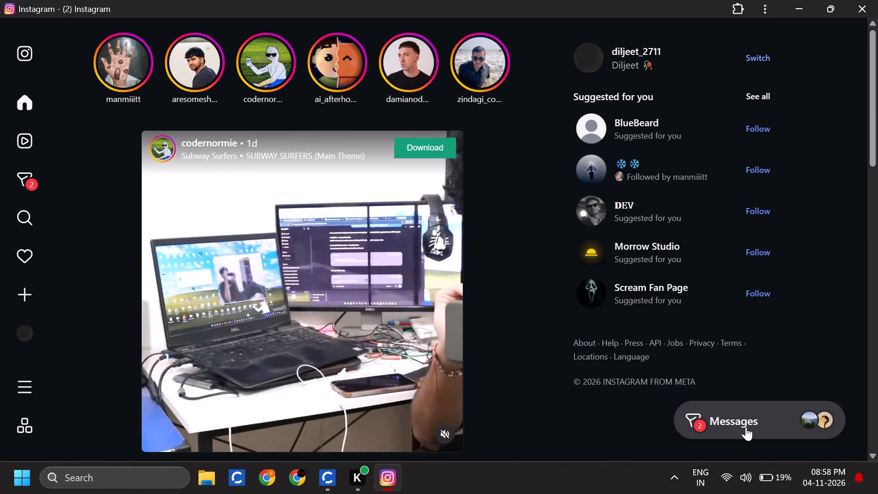
{"action": "left_click", "coordinate": [746, 427]}
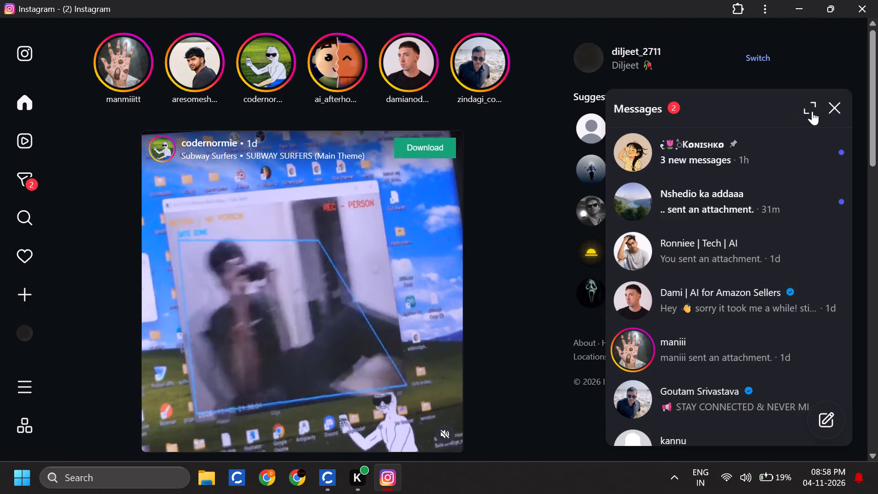
{"action": "left_click", "coordinate": [812, 111]}
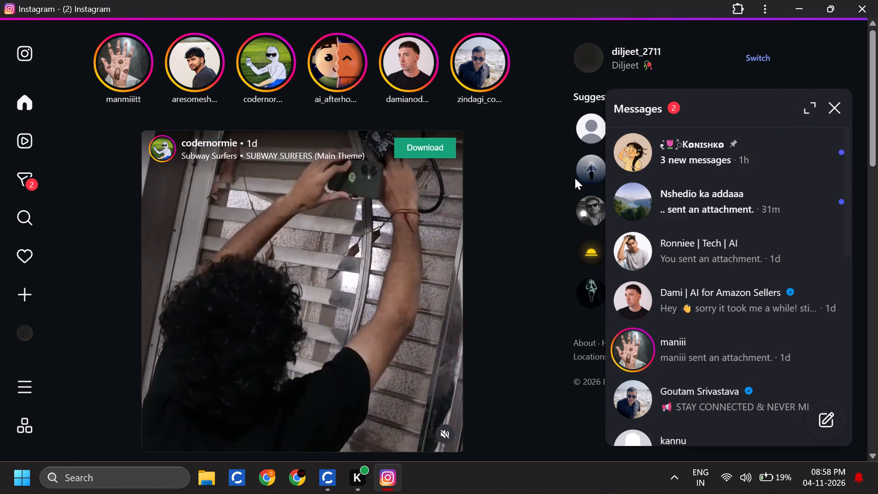
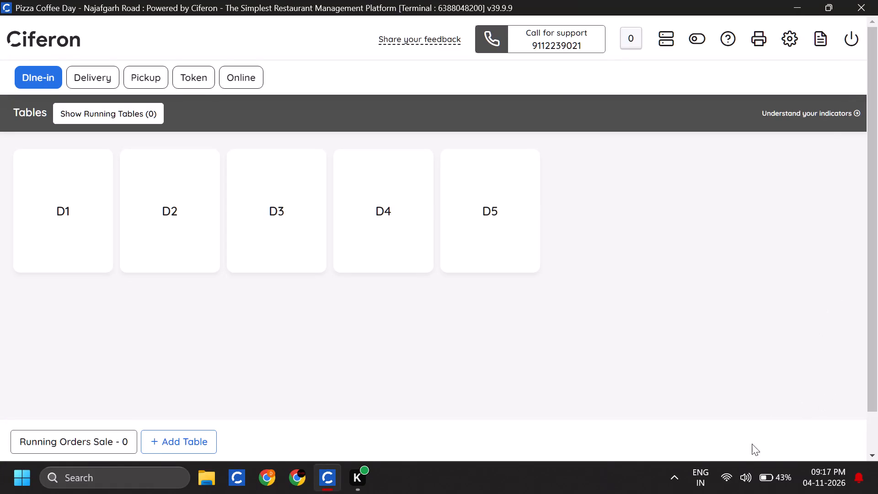
Open the Windows quick settings with the network, Bluetooth, brightness and volume controls.
{"action": "left_click", "coordinate": [738, 493]}
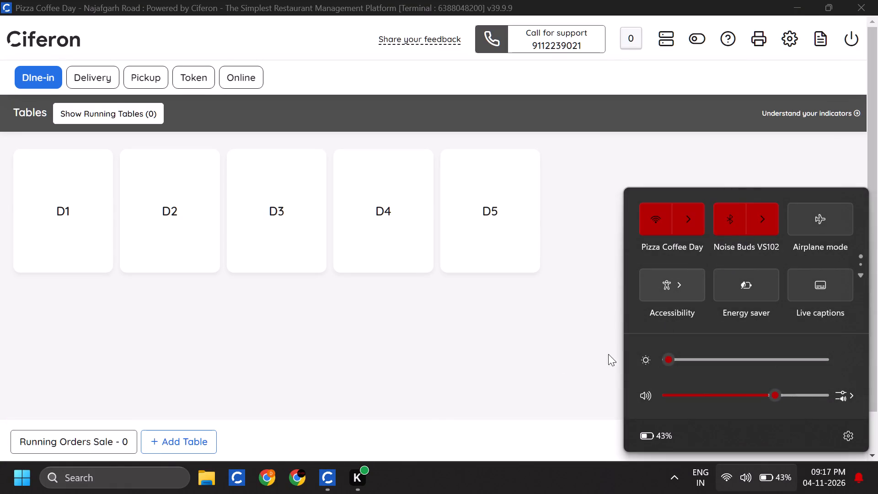